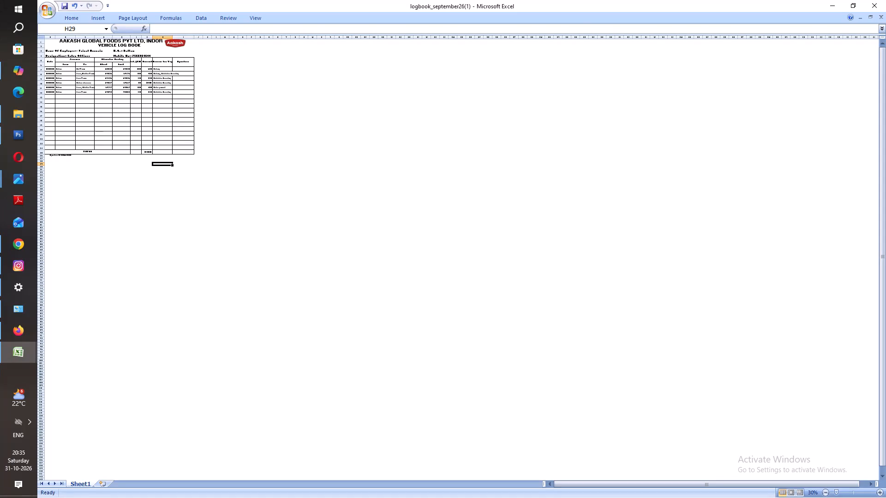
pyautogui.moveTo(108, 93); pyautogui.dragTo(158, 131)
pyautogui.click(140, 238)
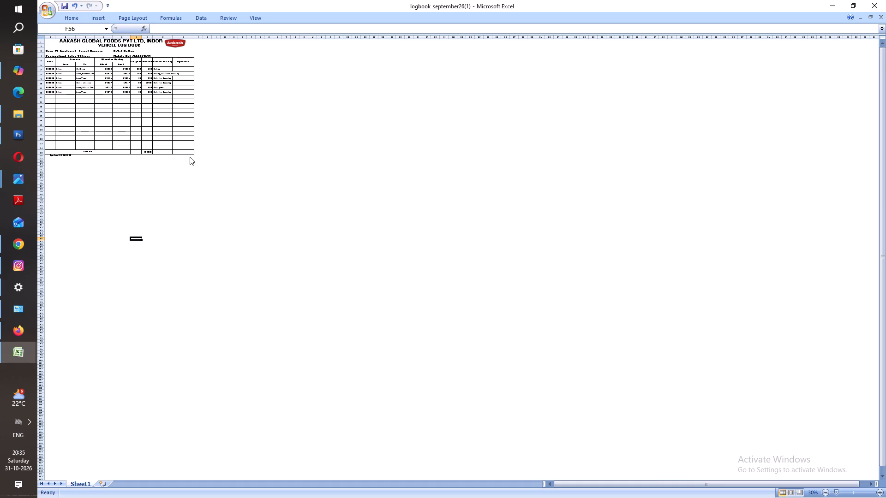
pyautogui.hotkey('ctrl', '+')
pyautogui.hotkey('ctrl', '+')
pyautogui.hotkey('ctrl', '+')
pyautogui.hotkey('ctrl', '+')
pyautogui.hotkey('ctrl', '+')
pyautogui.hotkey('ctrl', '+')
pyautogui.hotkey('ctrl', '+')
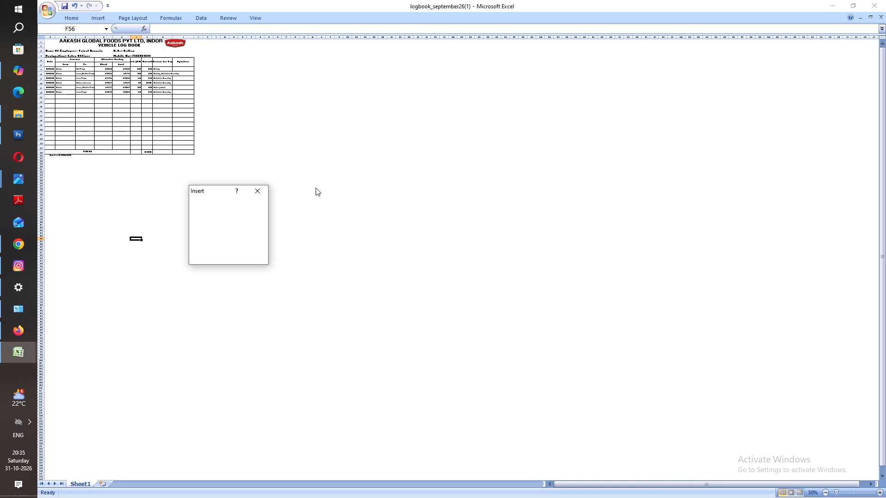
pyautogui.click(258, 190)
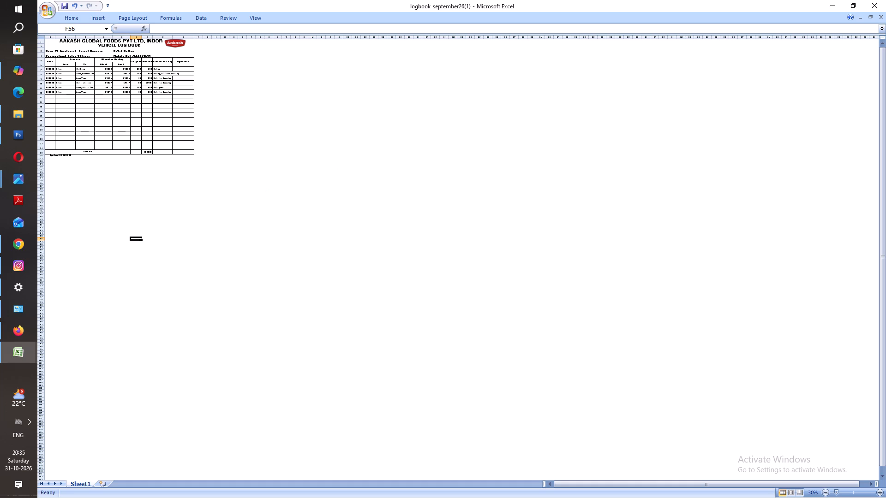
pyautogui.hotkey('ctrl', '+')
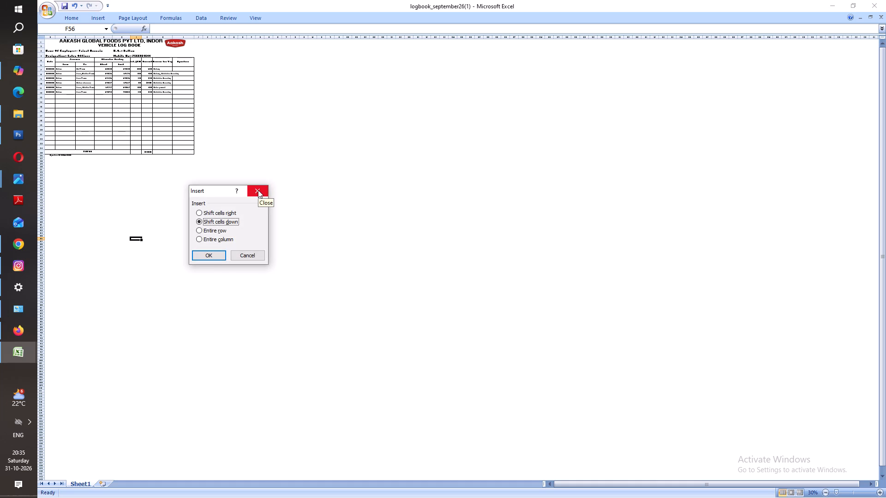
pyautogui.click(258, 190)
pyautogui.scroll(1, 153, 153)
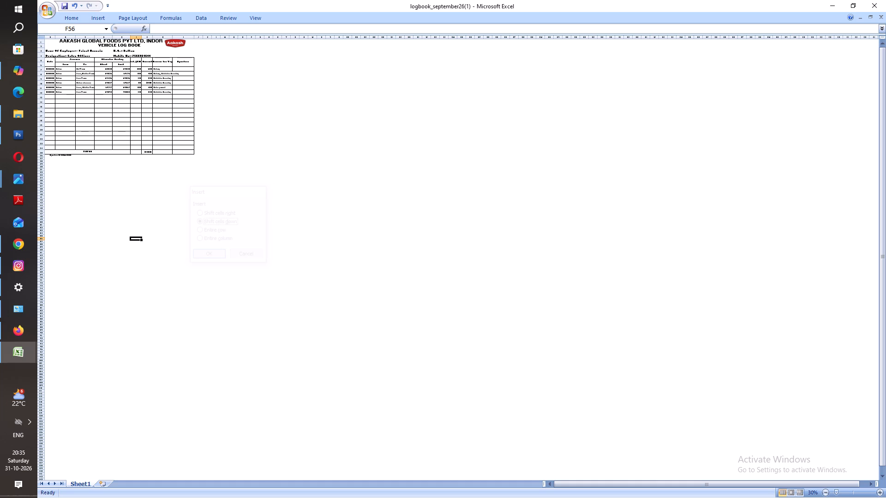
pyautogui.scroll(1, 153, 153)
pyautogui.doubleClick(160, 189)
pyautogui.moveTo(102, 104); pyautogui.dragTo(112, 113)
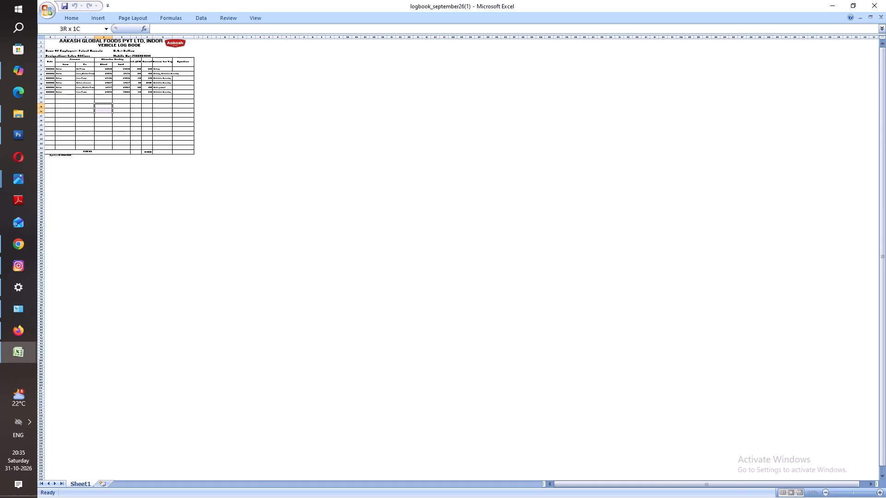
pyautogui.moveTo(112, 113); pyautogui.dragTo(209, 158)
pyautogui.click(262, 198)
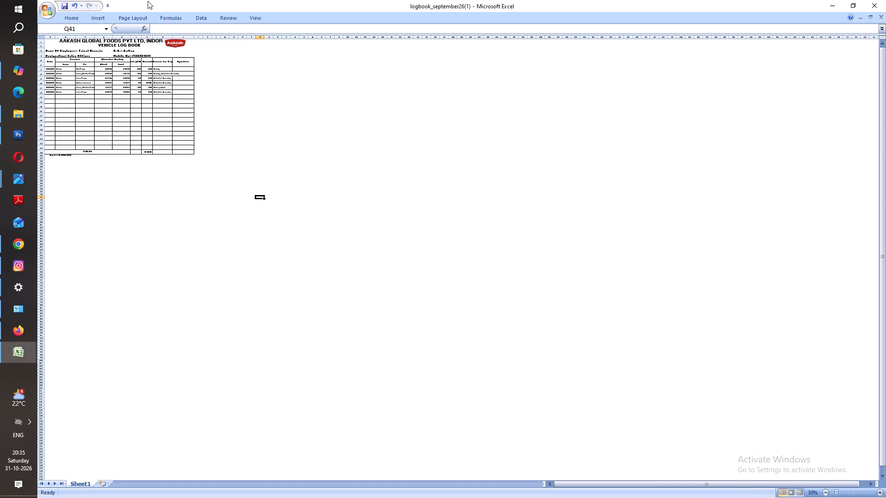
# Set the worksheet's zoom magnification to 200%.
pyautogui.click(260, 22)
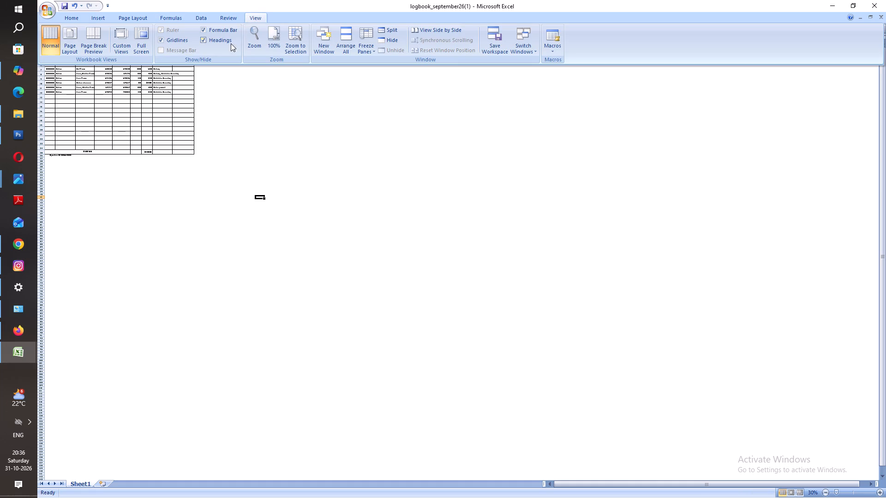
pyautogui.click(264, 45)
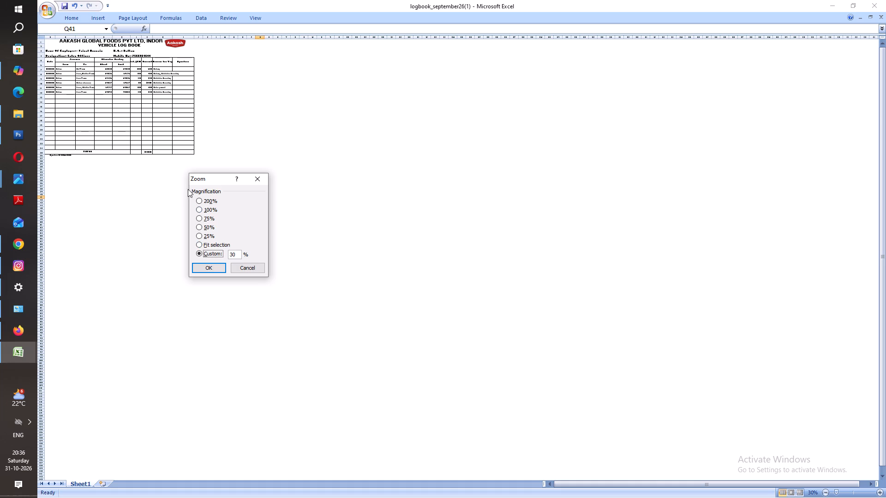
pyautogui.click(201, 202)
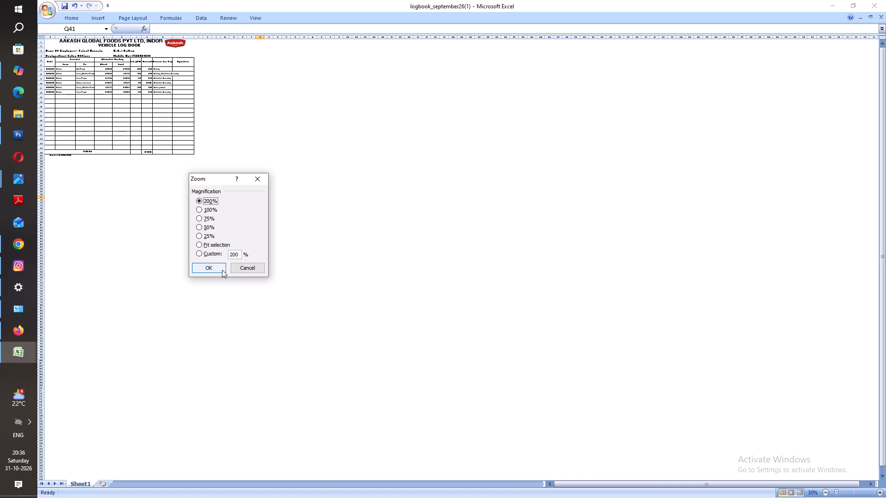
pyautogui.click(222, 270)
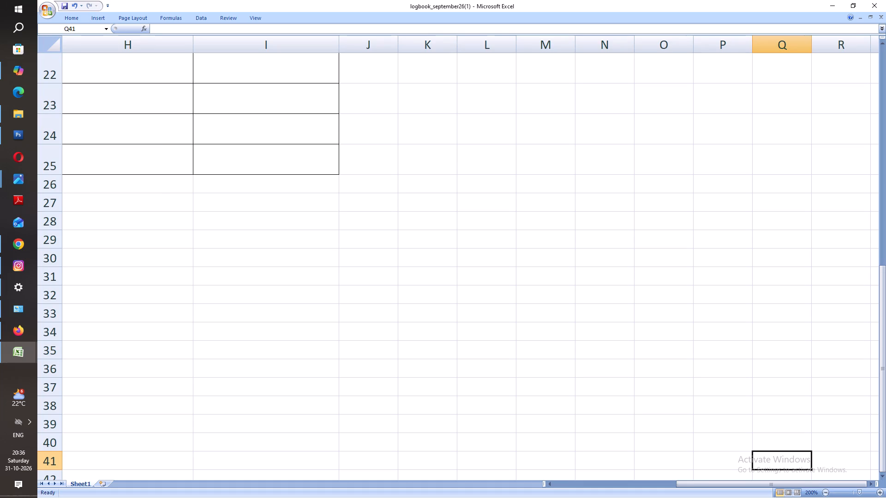
# Examine the vehicle log book from its reason and signature columns back to the header and first trip entries.
pyautogui.moveTo(883, 342); pyautogui.dragTo(885, 210)
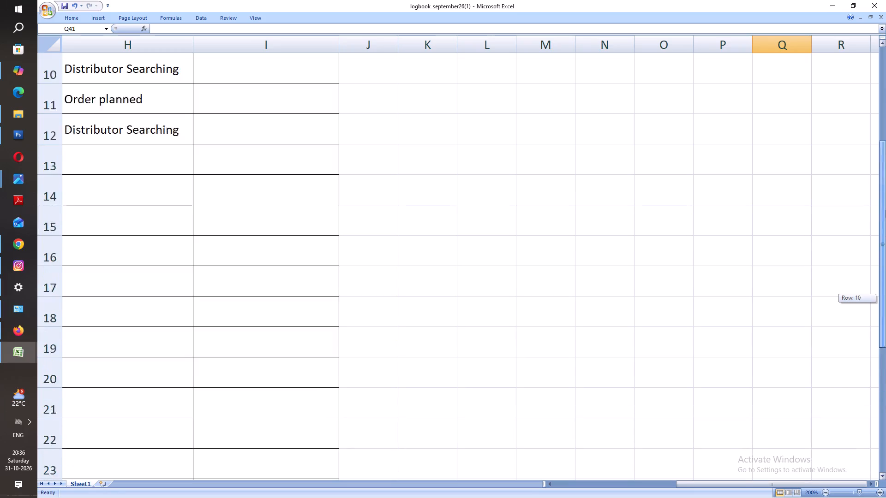
pyautogui.moveTo(885, 210); pyautogui.dragTo(885, 151)
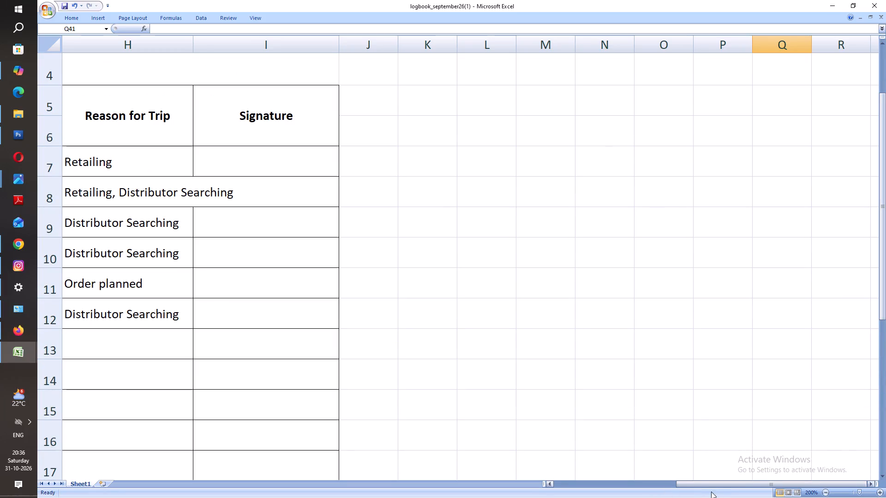
pyautogui.moveTo(713, 486); pyautogui.dragTo(589, 462)
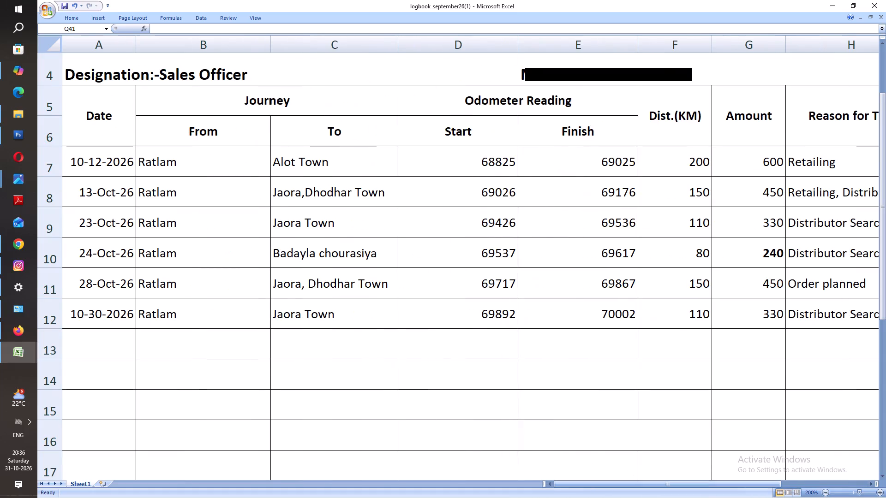
pyautogui.scroll(1, 637, 456)
pyautogui.scroll(-1, 637, 456)
pyautogui.scroll(1, 637, 456)
pyautogui.scroll(-1, 637, 456)
pyautogui.scroll(8, 637, 456)
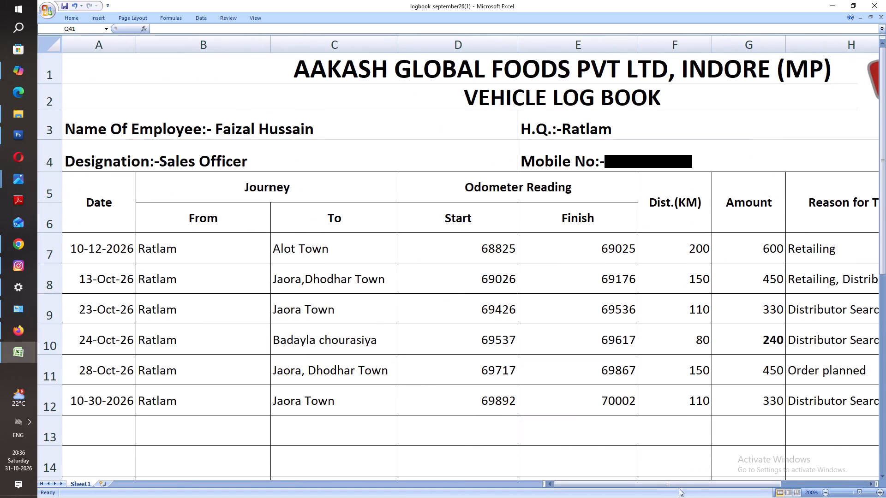
# Set the worksheet's zoom magnification to 100% and bring the top of the log book into view.
pyautogui.click(248, 16)
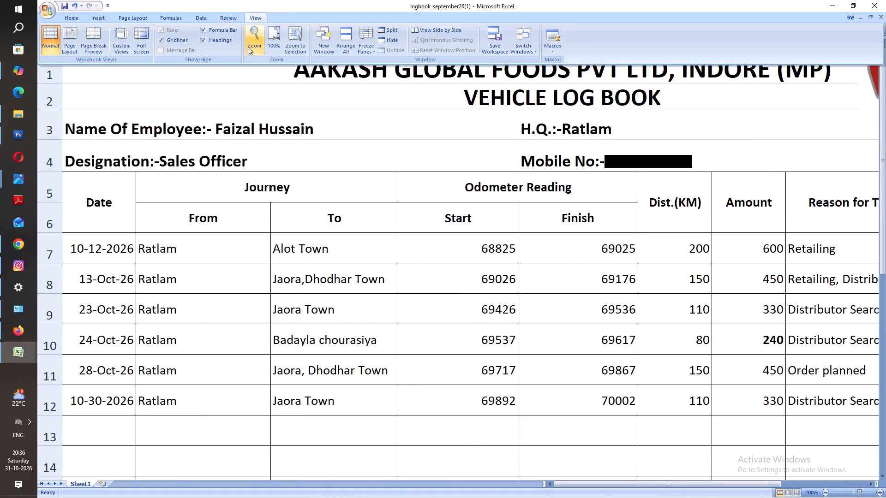
pyautogui.click(251, 44)
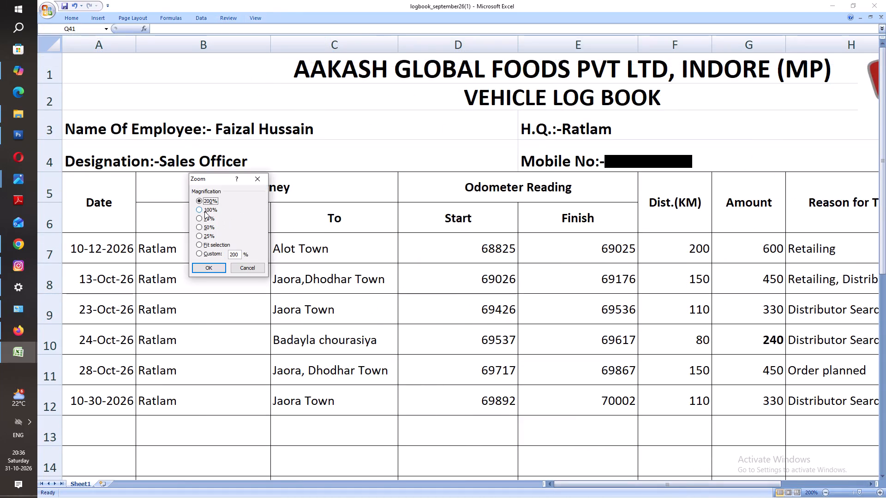
pyautogui.click(204, 211)
pyautogui.click(213, 267)
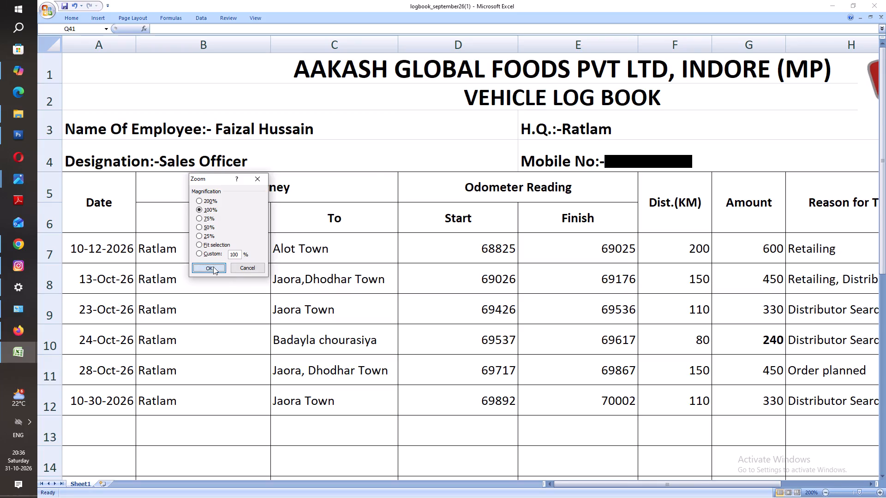
pyautogui.scroll(4, 245, 236)
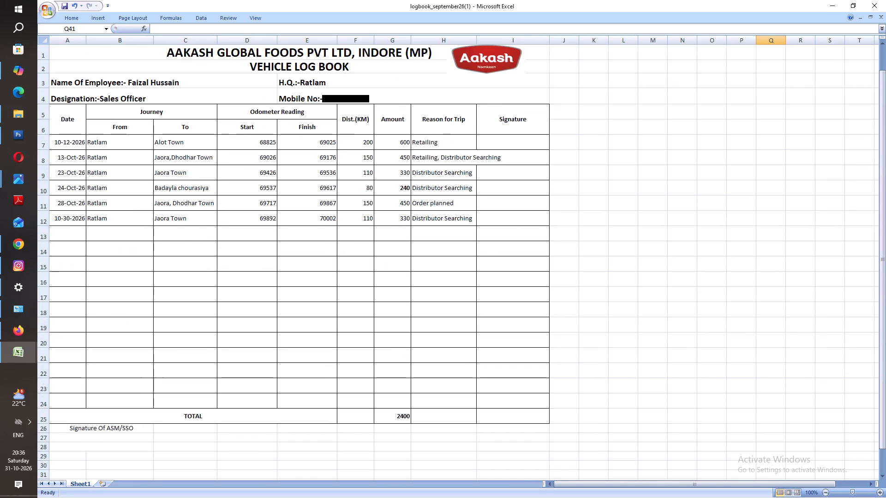
pyautogui.scroll(4, 240, 235)
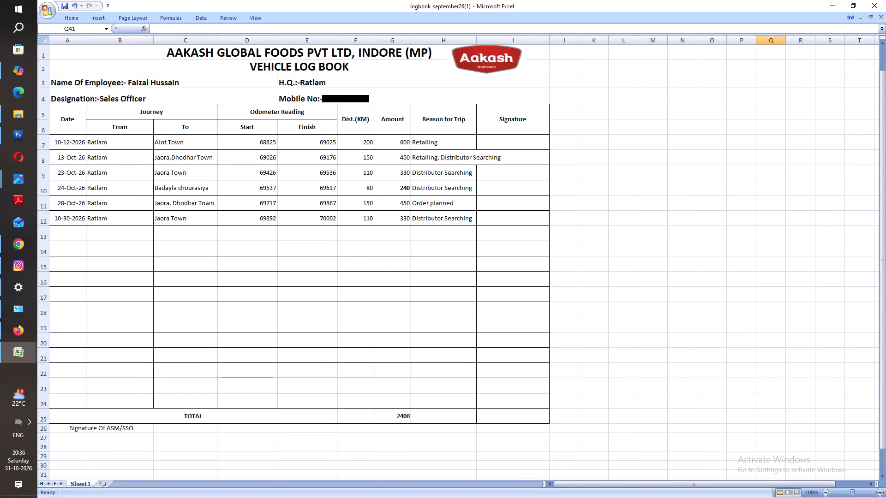
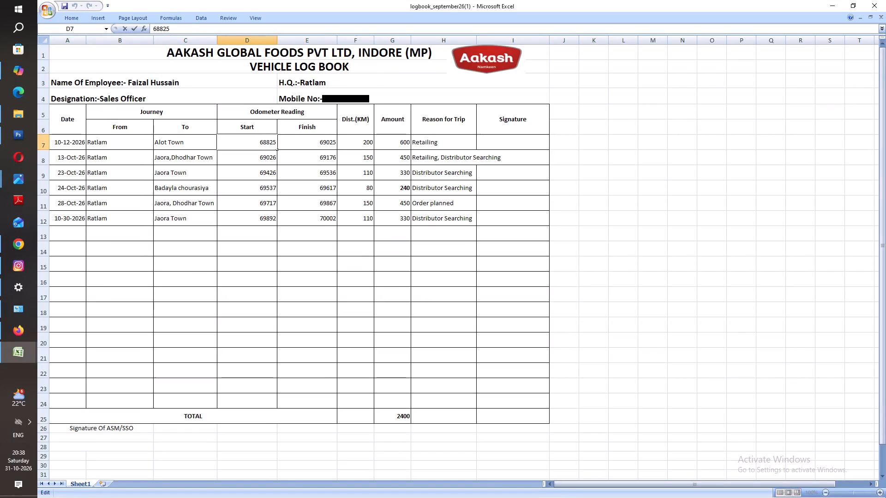
# Set the starting odometer reading of the first trip, Ratlam to Alot Town, to 68507.
pyautogui.press('Right')
pyautogui.press('Right')
pyautogui.press('BackSpace')
pyautogui.press('BackSpace')
pyautogui.press('BackSpace')
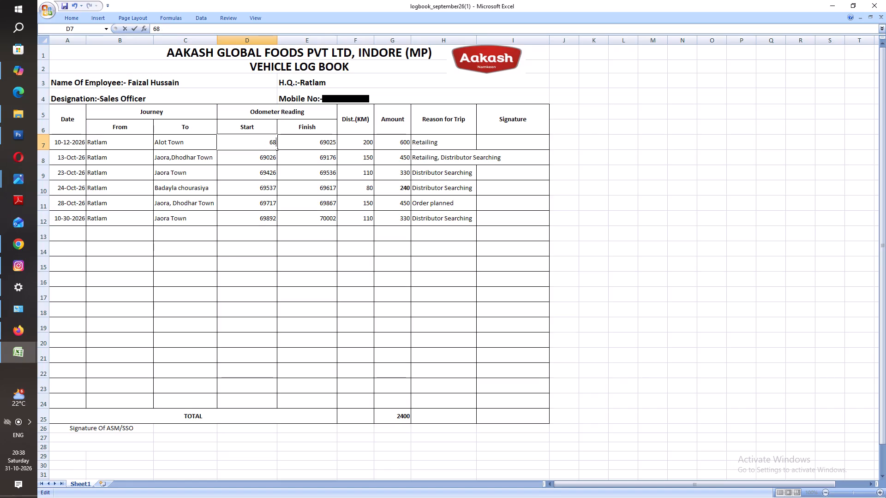
pyautogui.write('50')
pyautogui.press('7')
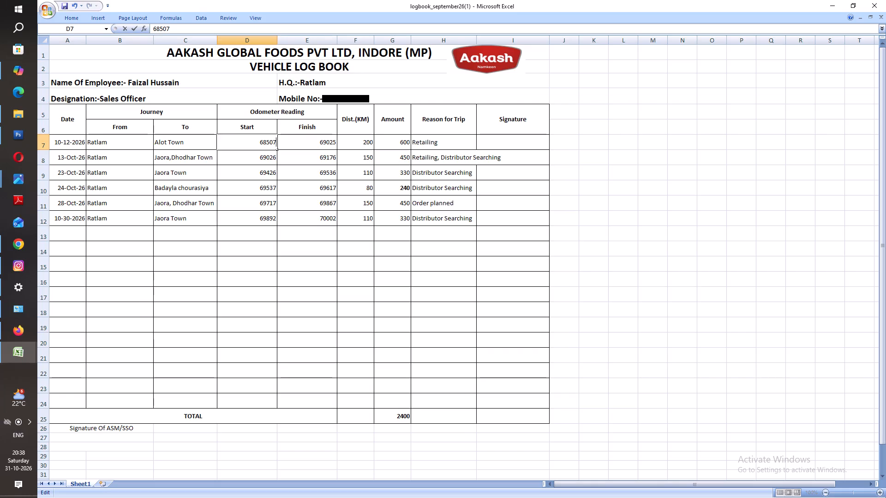
pyautogui.press('Right')
pyautogui.press('Right')
pyautogui.press('Return')
# Select the finish odometer reading of the Ratlam to Alot Town trip.
pyautogui.press('Up')
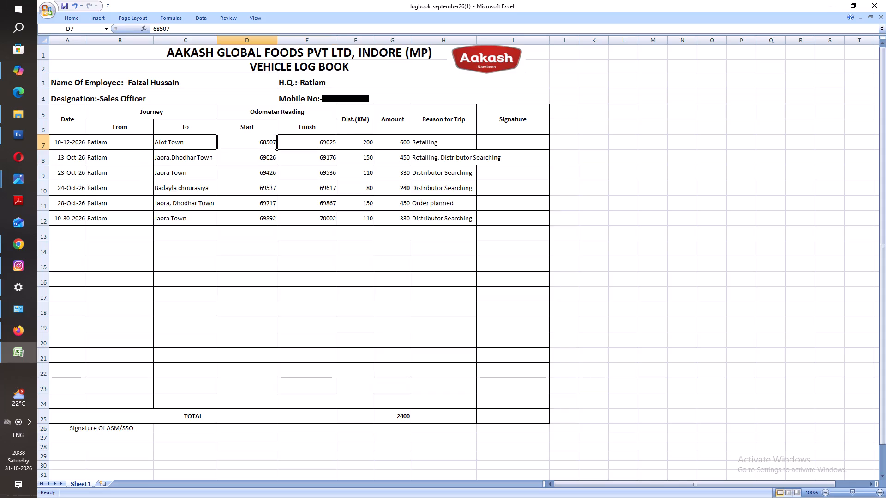
pyautogui.press('Right')
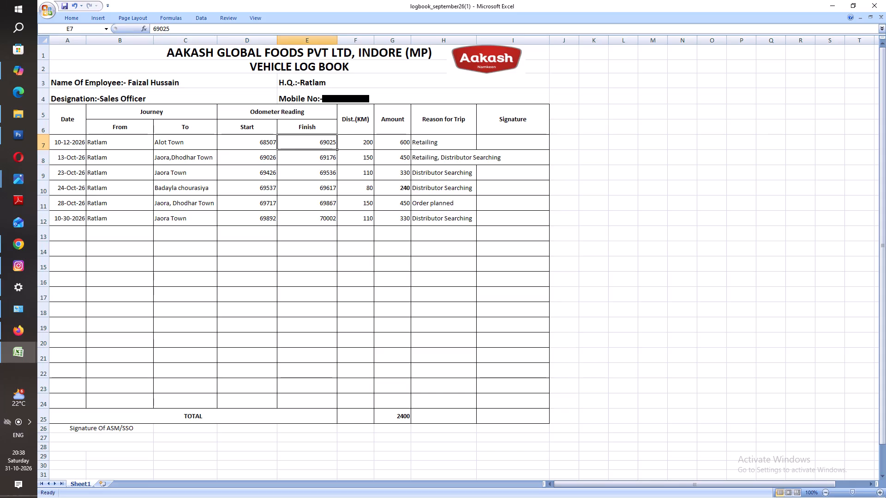
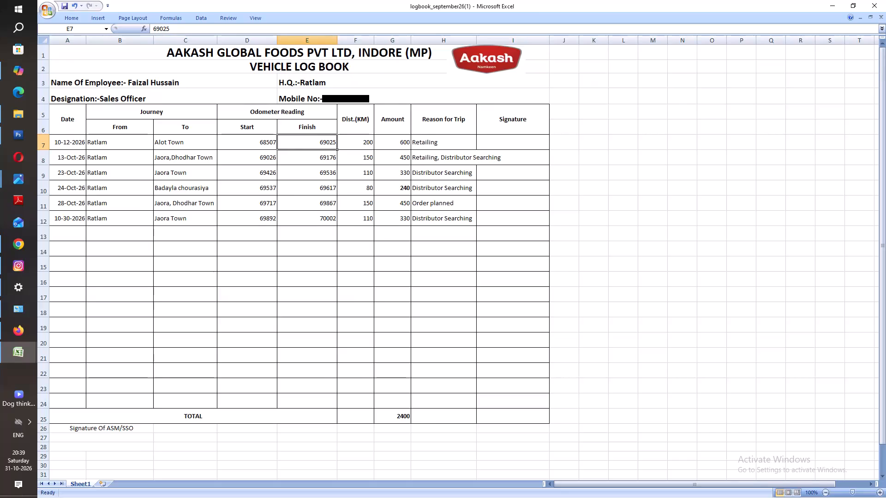
# Set the Ratlam to Alot Town trip's odometer readings to 68885 at the start and 69085 at the finish.
pyautogui.click(245, 146)
pyautogui.press('6')
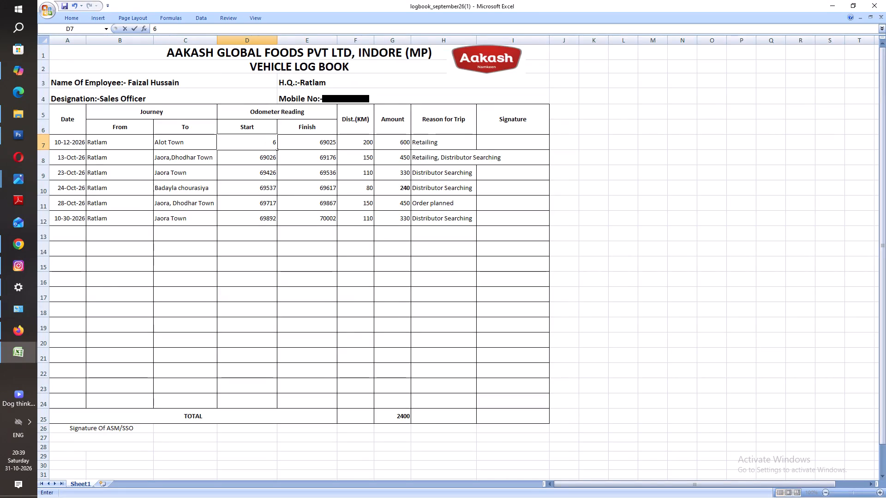
pyautogui.write('88')
pyautogui.press('8')
pyautogui.press('5')
pyautogui.press('Tab')
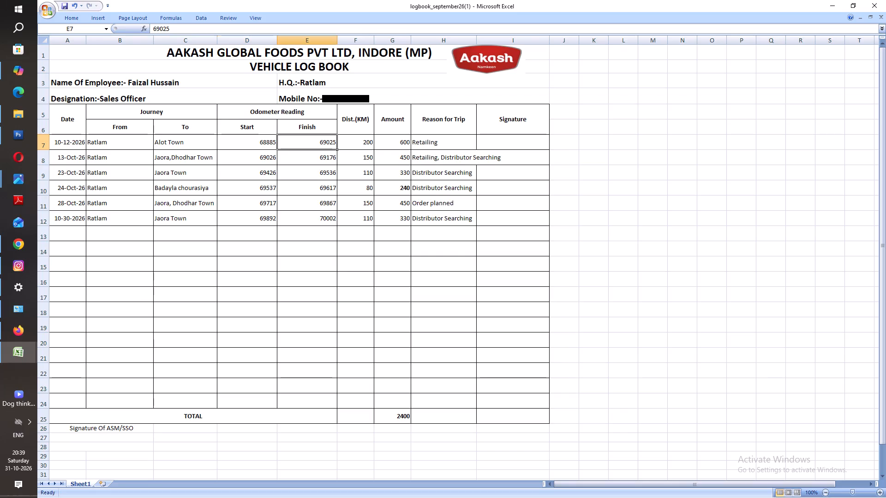
pyautogui.write('69')
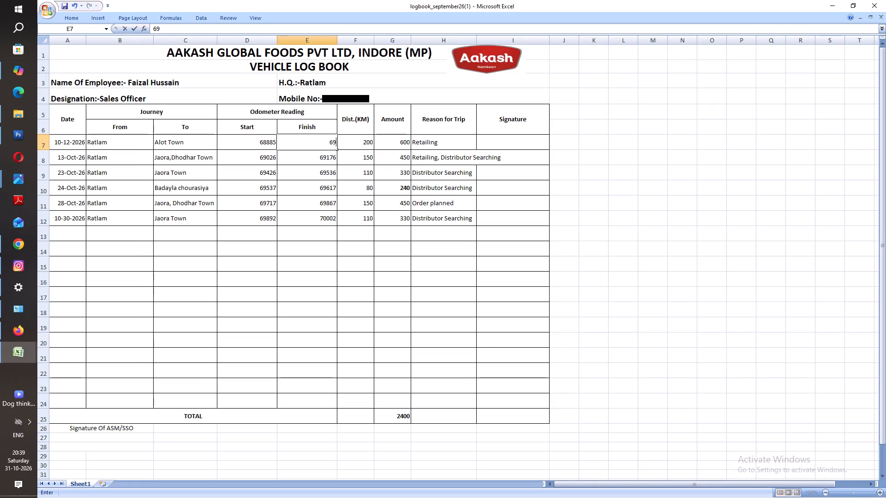
pyautogui.press('0')
pyautogui.write('85')
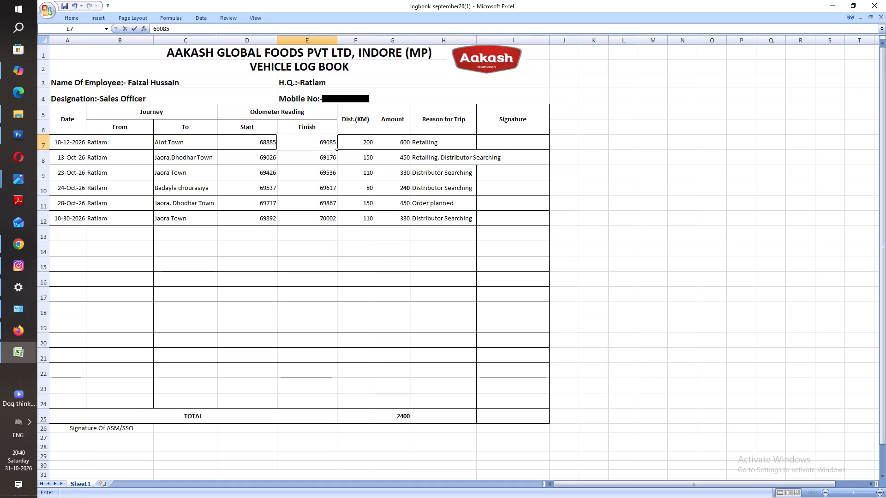
# Set the 13-Oct-26 Jaora, Dhodhar Town trip's odometer readings to 69086 at the start and 69236 at the finish.
pyautogui.click(262, 164)
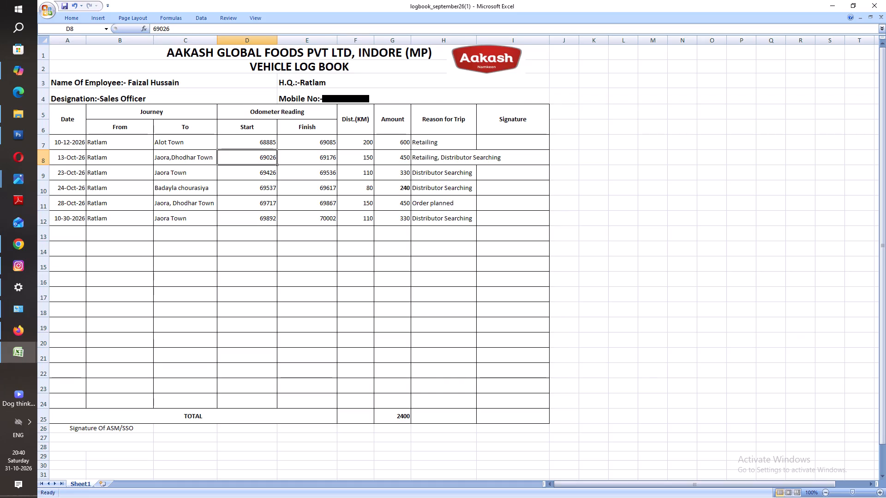
pyautogui.press('6')
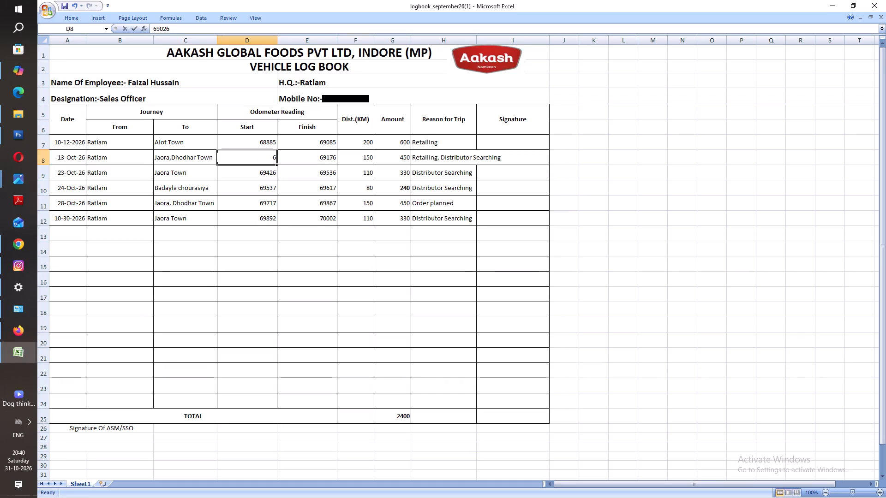
pyautogui.press('9')
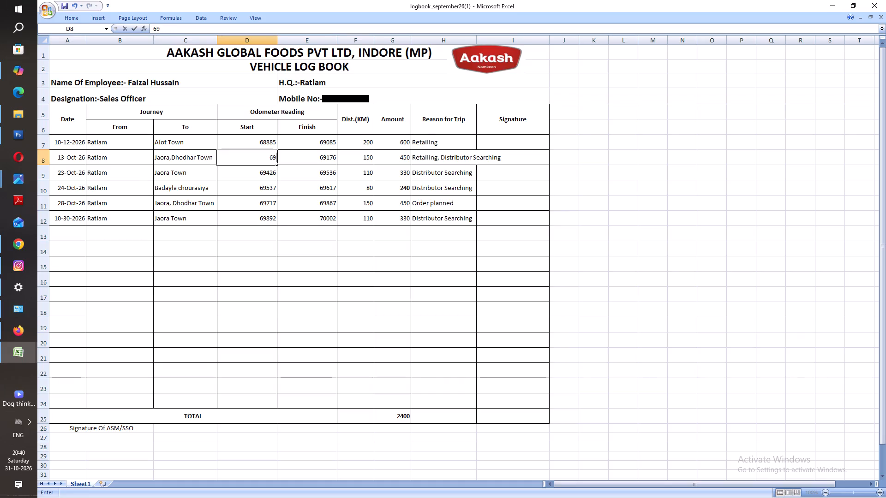
pyautogui.write('086')
pyautogui.press('Tab')
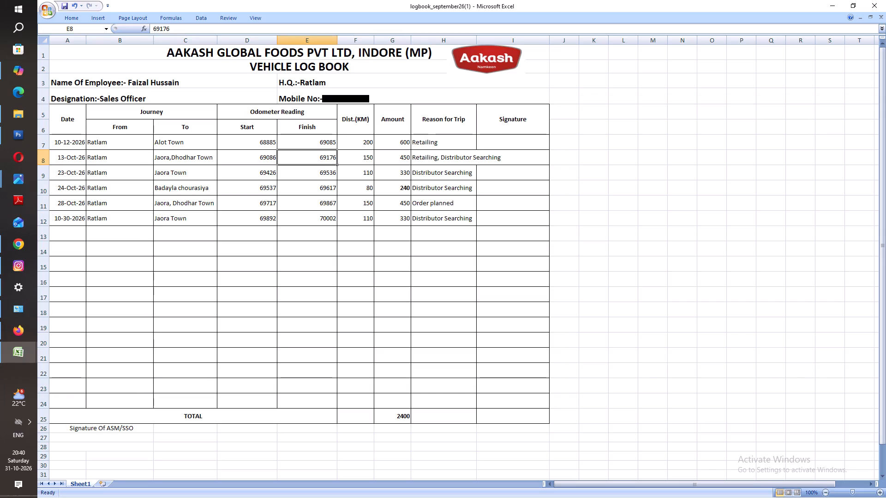
pyautogui.write('69')
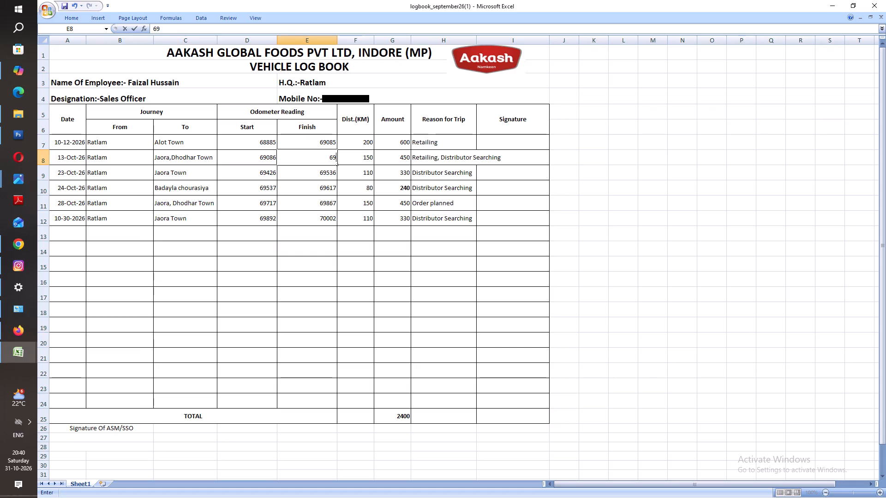
pyautogui.write('236')
pyautogui.press('Return')
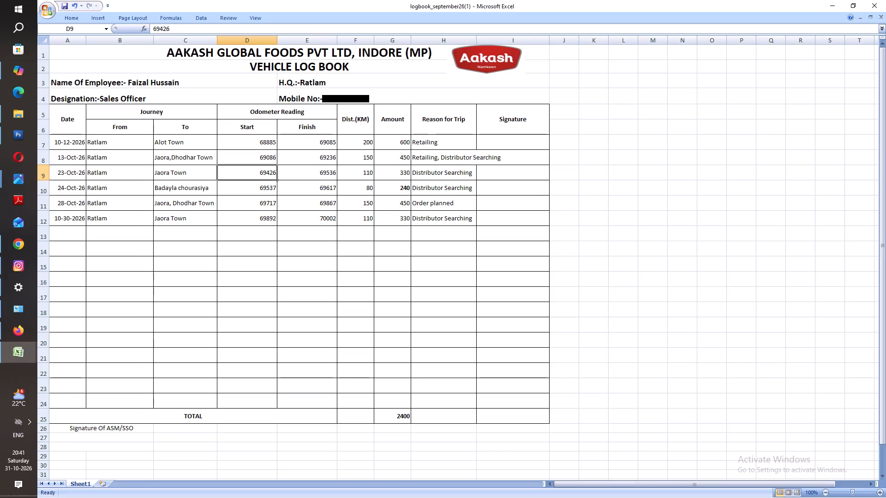
# Set the starting odometer reading of the 23-Oct-26 Ratlam to Jaora Town trip to 69536.
pyautogui.write('63536')
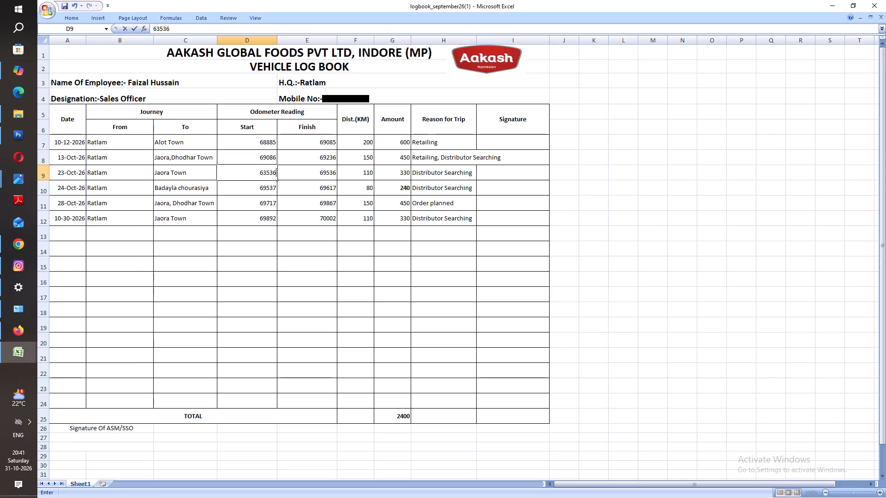
pyautogui.press('BackSpace')
pyautogui.press('BackSpace')
pyautogui.press('BackSpace')
pyautogui.press('BackSpace')
pyautogui.press('9')
pyautogui.write('536')
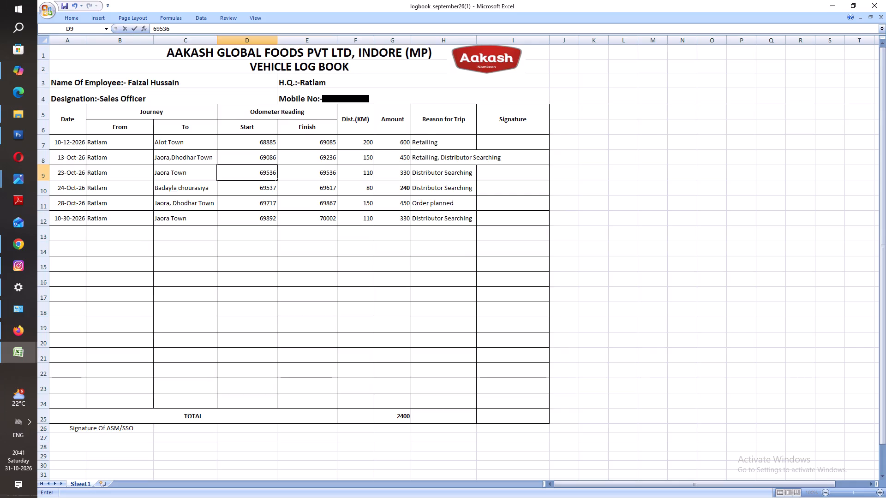
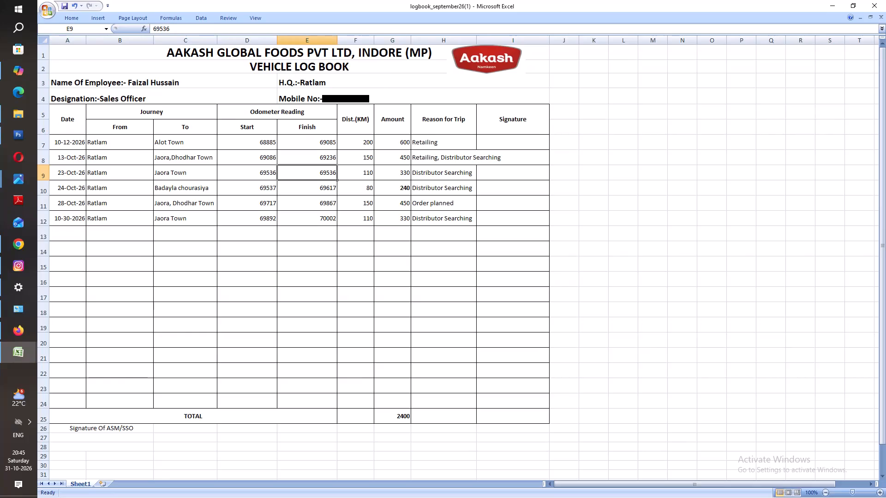
# Set the finish odometer reading of the 23-Oct-26 Ratlam to Jaora Town trip to 69646.
pyautogui.write('69')
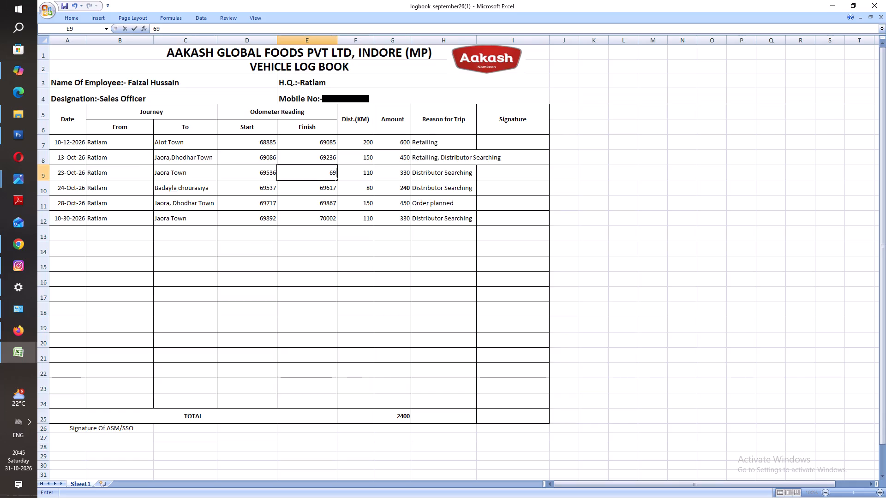
pyautogui.write('646')
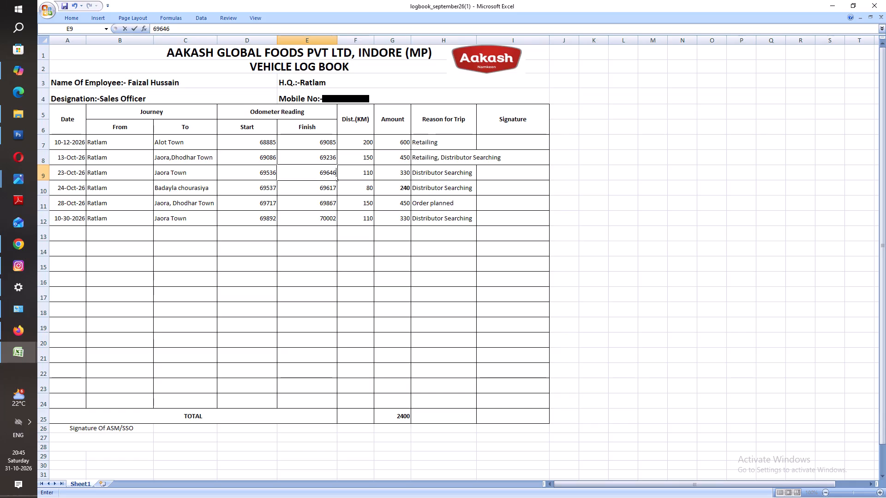
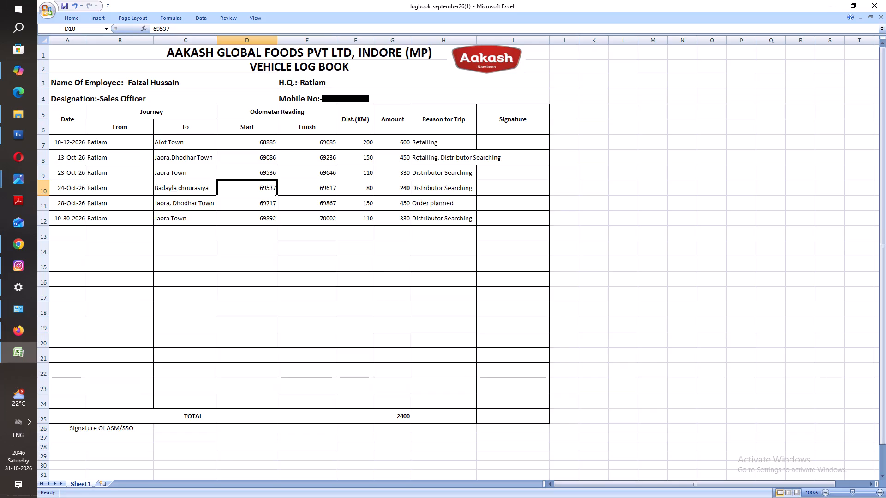
# Set the odometer readings of the 24-Oct-26 Ratlam to Badayla chourasiya trip to start 69647 and finish 69727.
pyautogui.write('69')
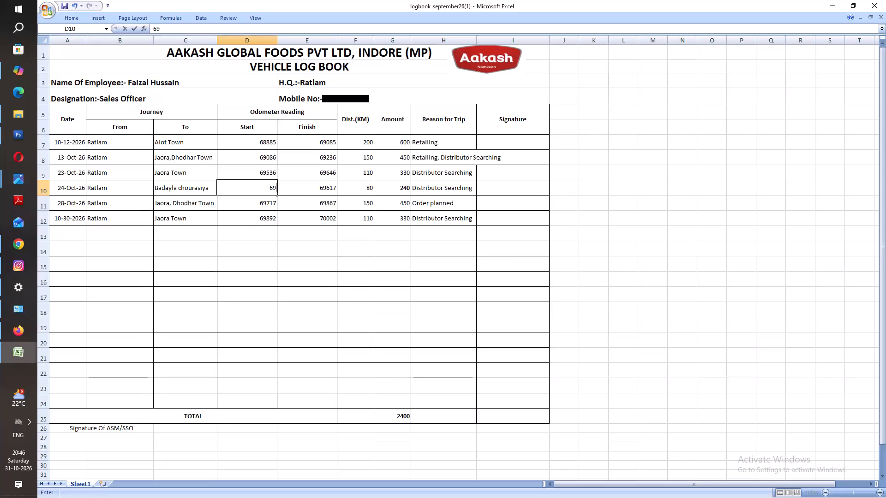
pyautogui.press('6')
pyautogui.write('47')
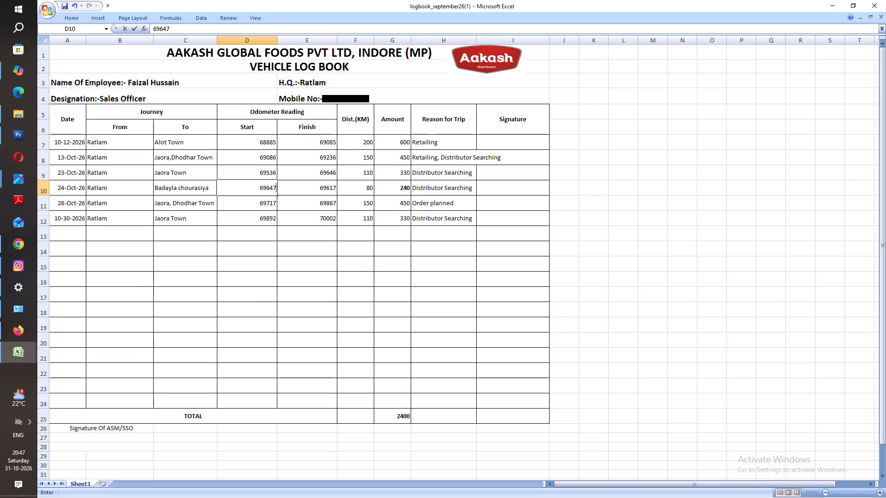
pyautogui.press('Tab')
pyautogui.write('69')
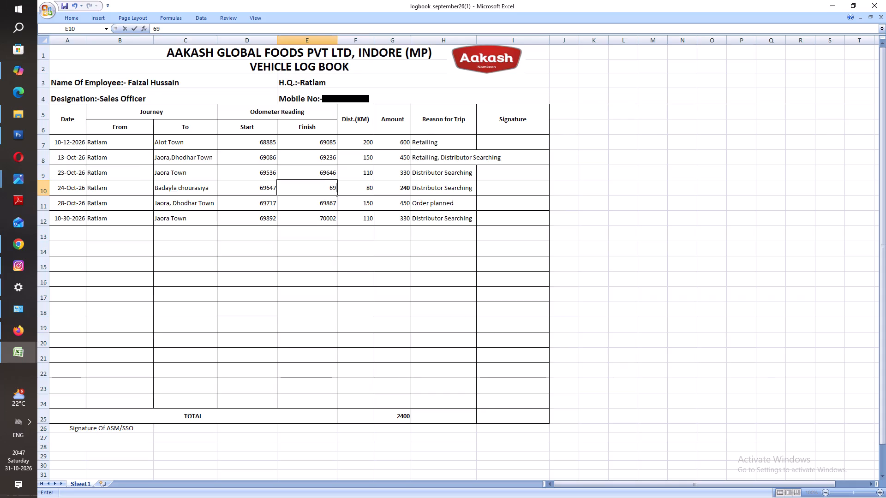
pyautogui.write('727')
pyautogui.press('Return')
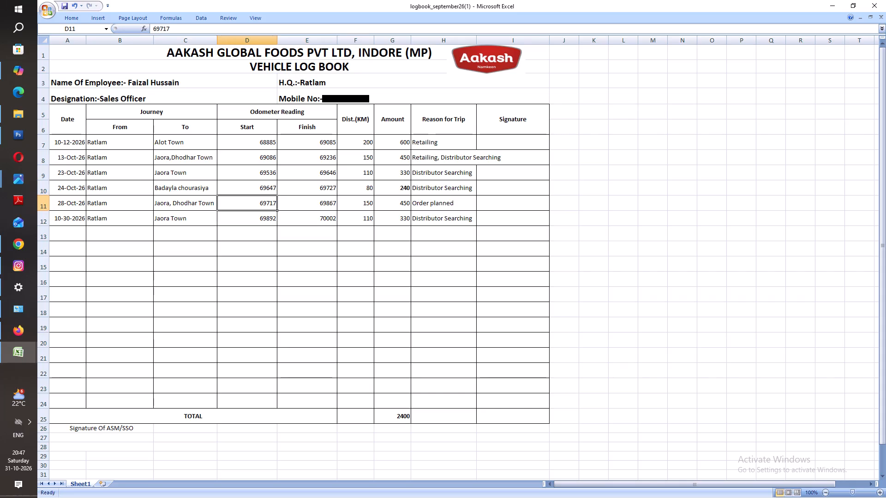
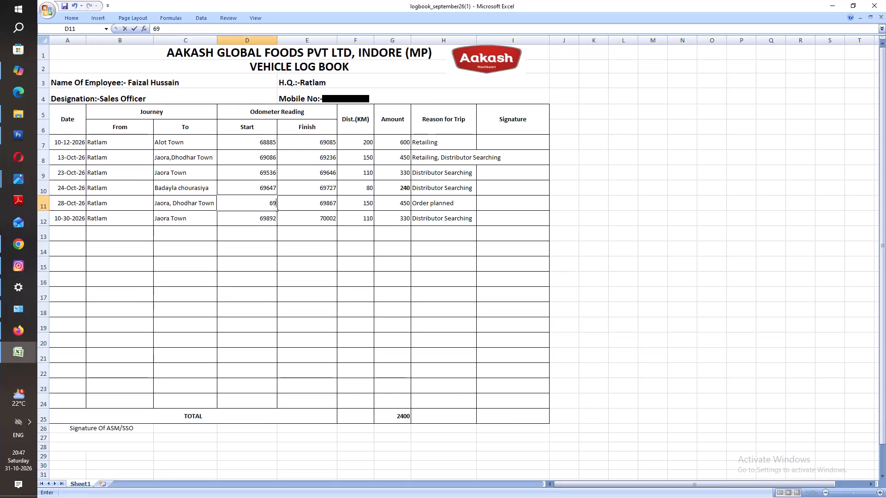
# Set the odometer readings of the 28-Oct-26 Ratlam to Jaora, Dhodhar Town trip to start 69822 and finish 69972.
pyautogui.write('822')
pyautogui.press('Tab')
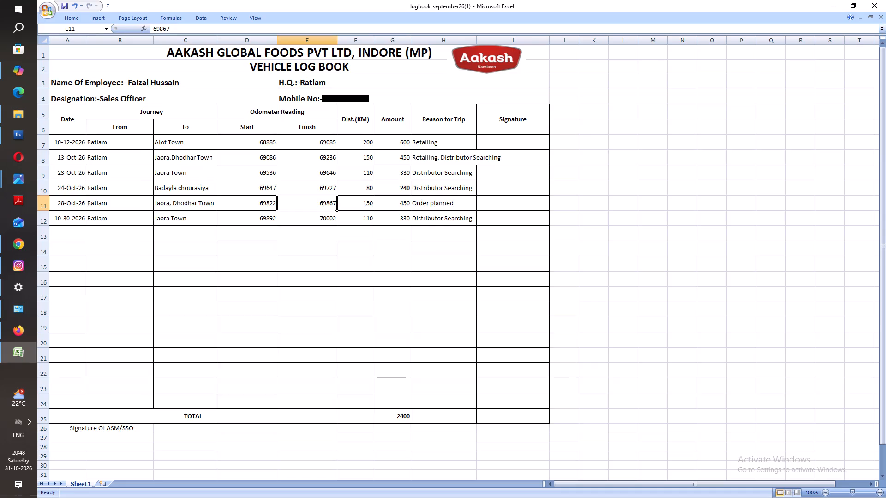
pyautogui.write('69')
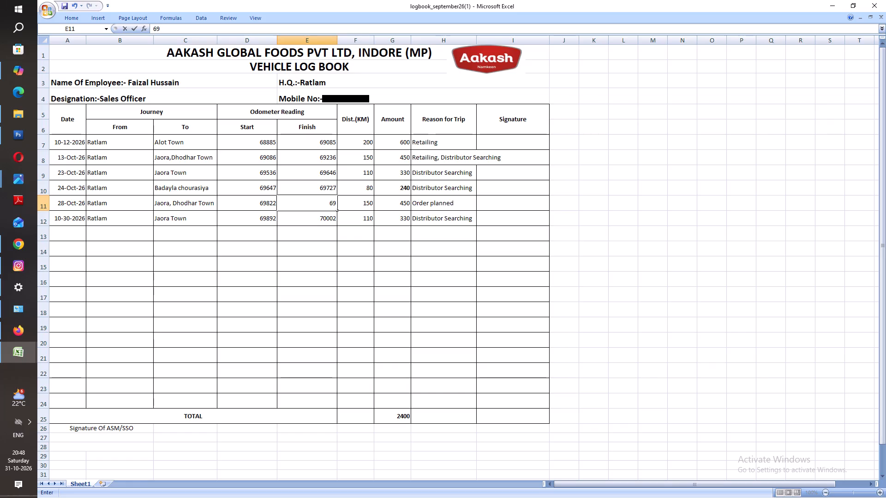
pyautogui.press('9')
pyautogui.write('72')
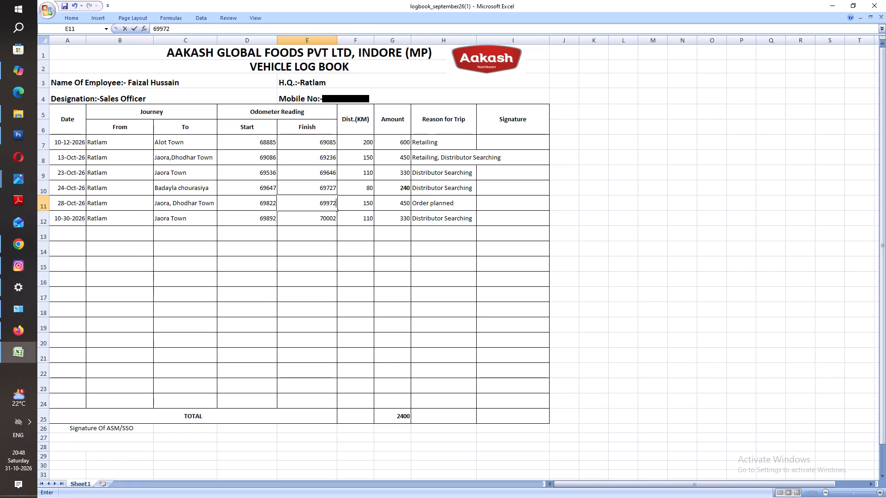
pyautogui.press('Return')
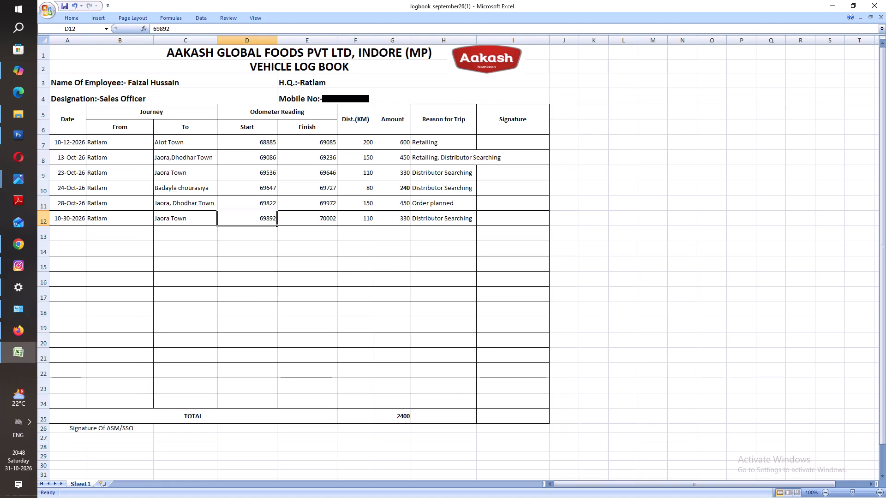
# Set the odometer readings of the 10-30-2026 Ratlam to Jaora Town trip to start 70032 and finish 70142.
pyautogui.press('7')
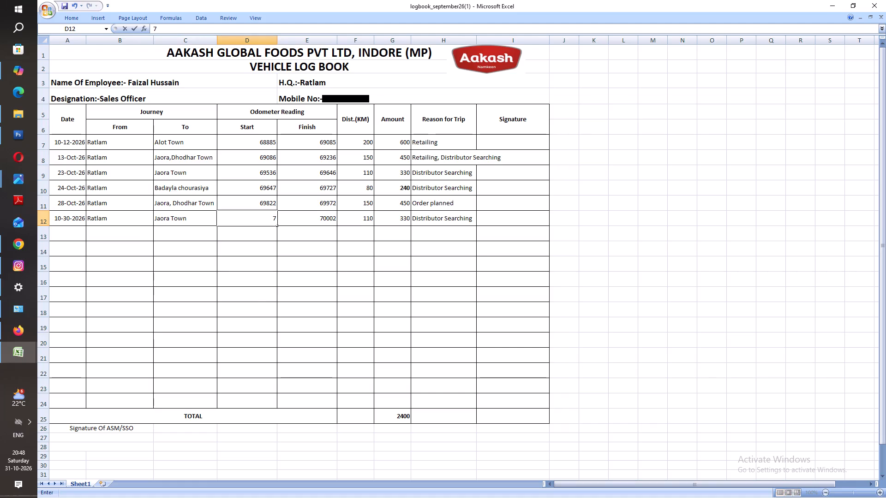
pyautogui.write('00')
pyautogui.write('32')
pyautogui.press('Tab')
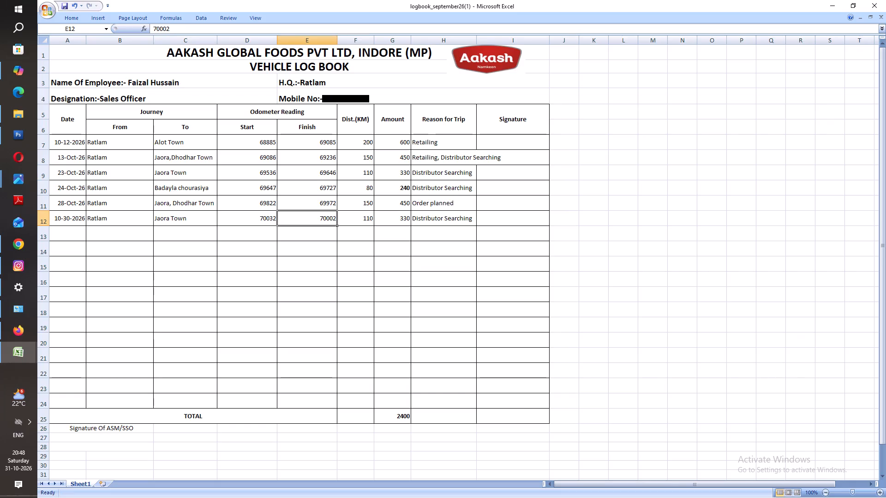
pyautogui.press('7')
pyautogui.press('0')
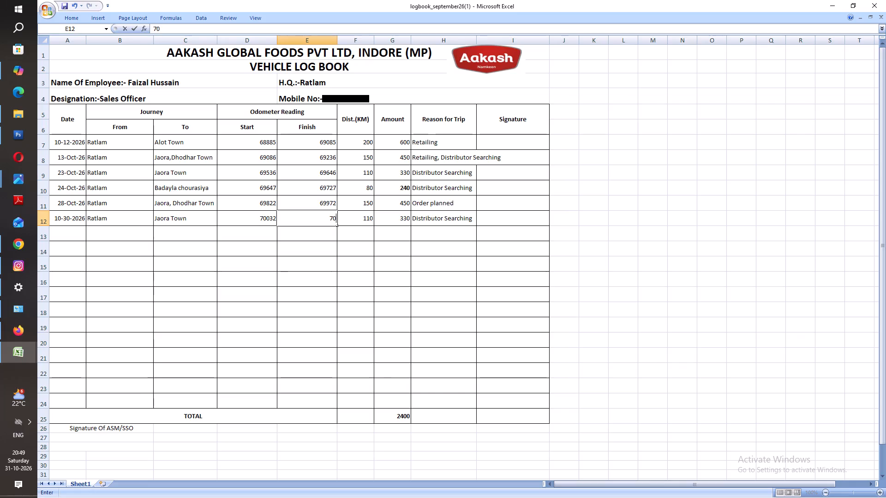
pyautogui.write('142')
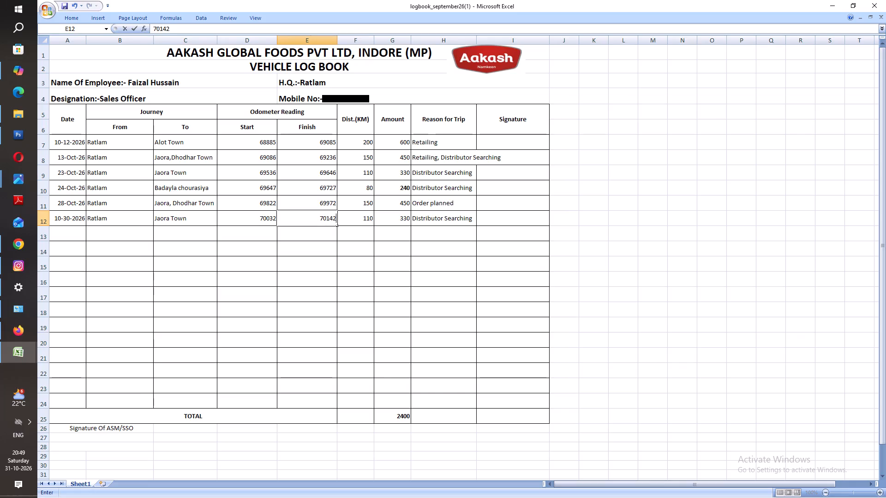
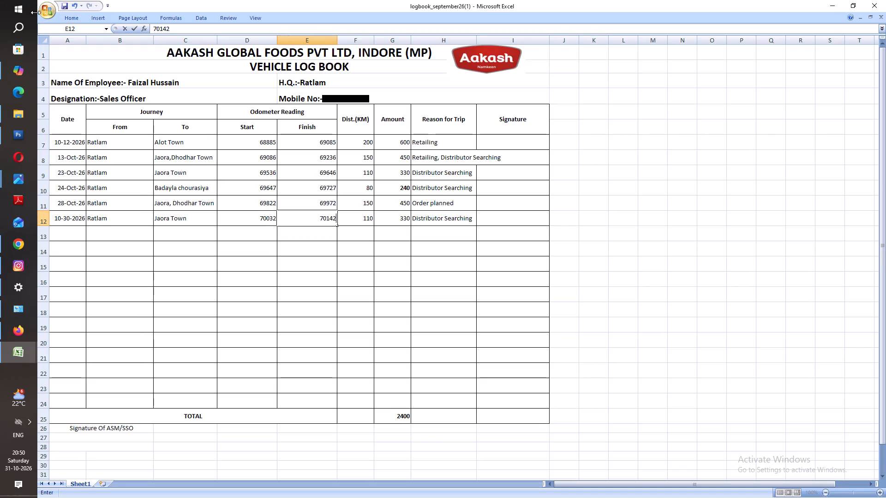
# Save the log book workbook with the updated odometer readings.
pyautogui.click(67, 3)
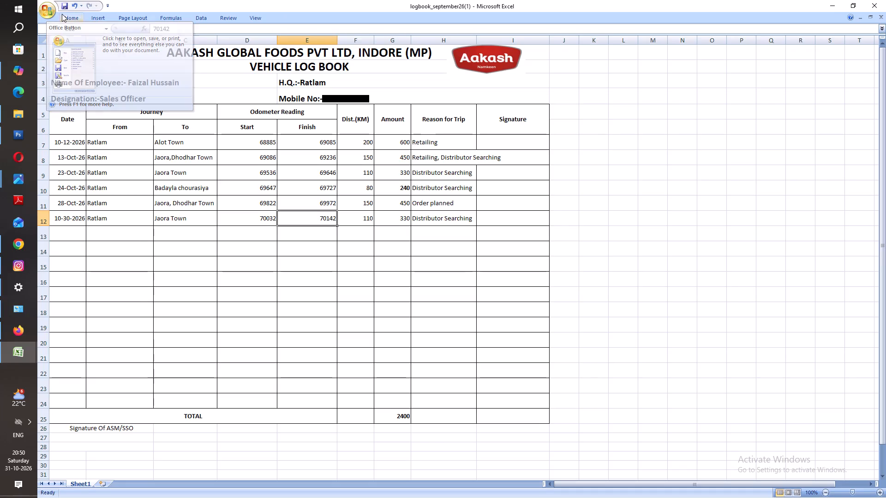
# Start saving the log book as a new copy, trimming the ending "1)" from the file name logbook_september26(1).
pyautogui.click(42, 14)
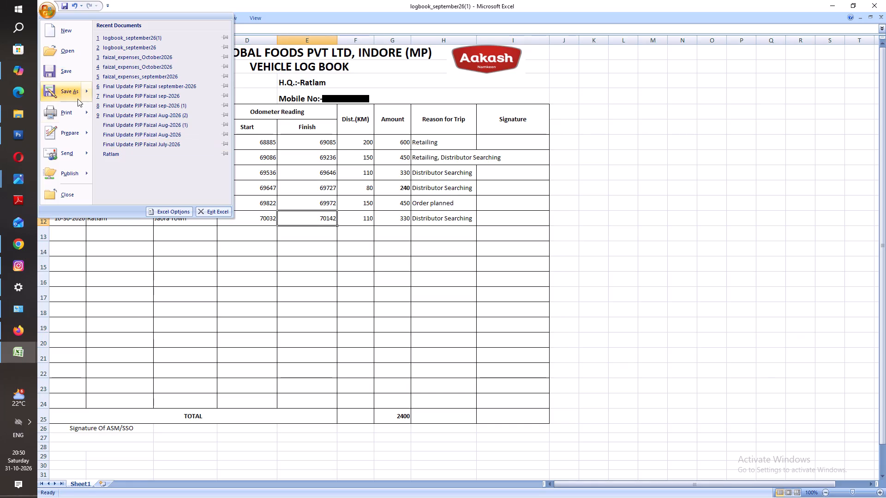
pyautogui.click(75, 93)
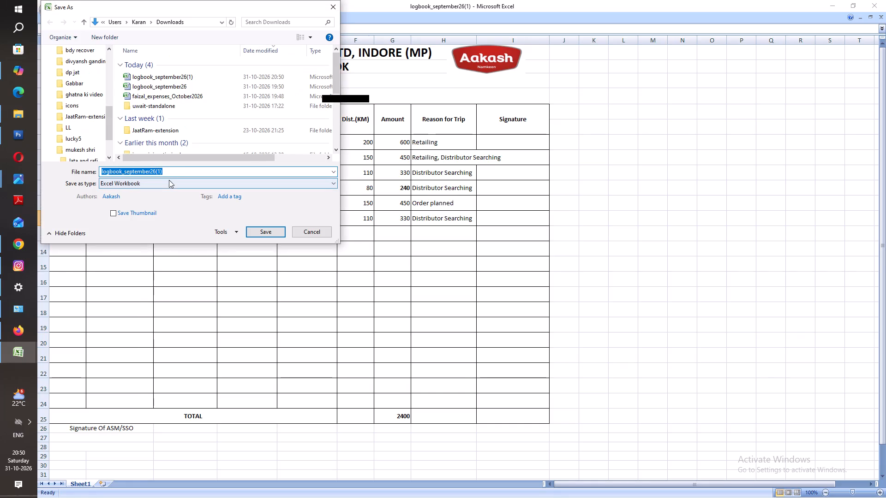
pyautogui.click(167, 172)
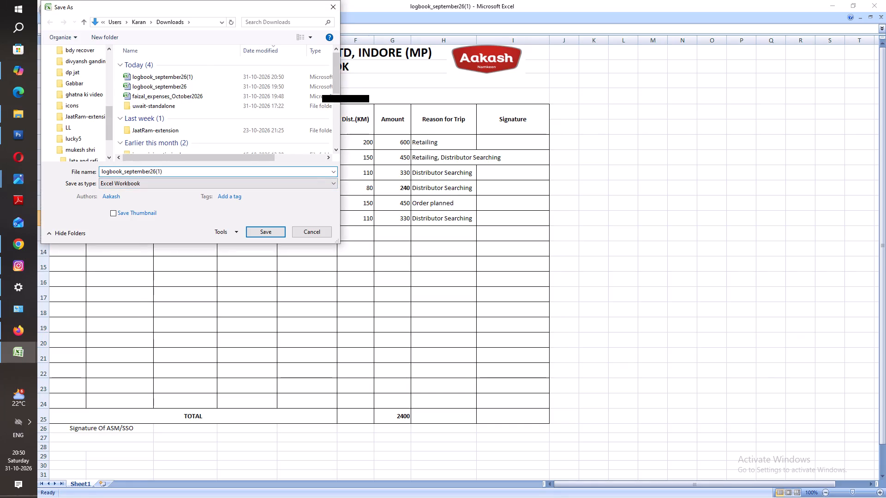
pyautogui.press('BackSpace')
pyautogui.press('BackSpace')
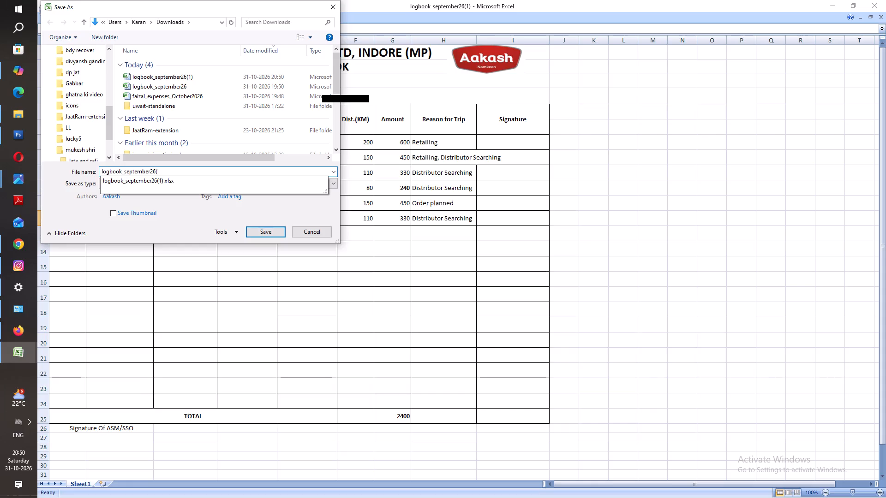
# Change the file name for the new log book copy to logbook_October26, replacing the September month and dropping the leftover bracket.
pyautogui.press('BackSpace')
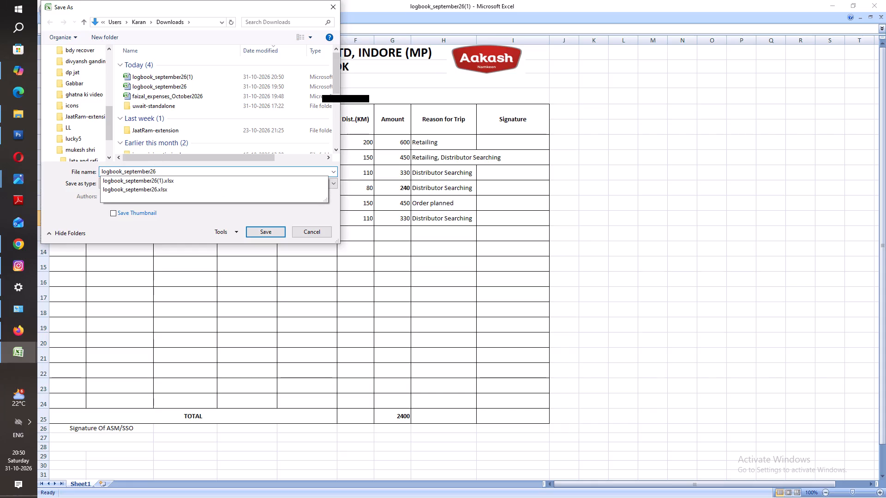
pyautogui.click(150, 171)
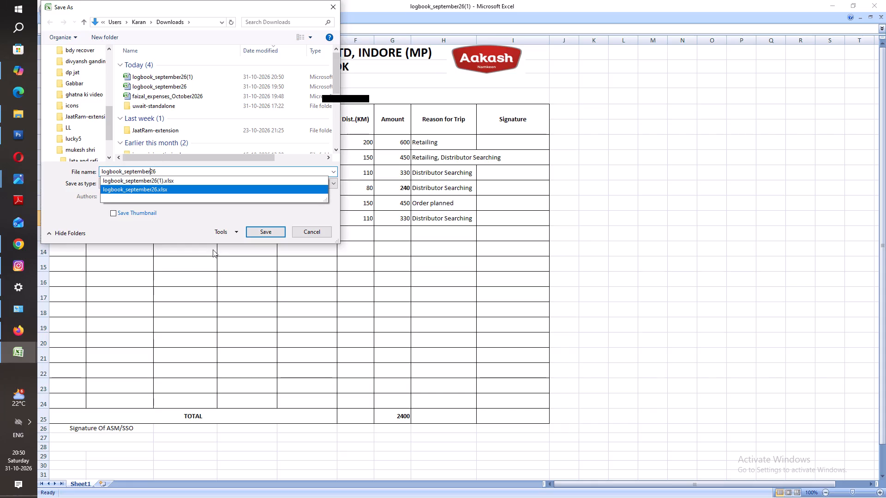
pyautogui.press('BackSpace')
pyautogui.press('BackSpace')
pyautogui.press('BackSpace')
pyautogui.press('BackSpace')
pyautogui.press('BackSpace')
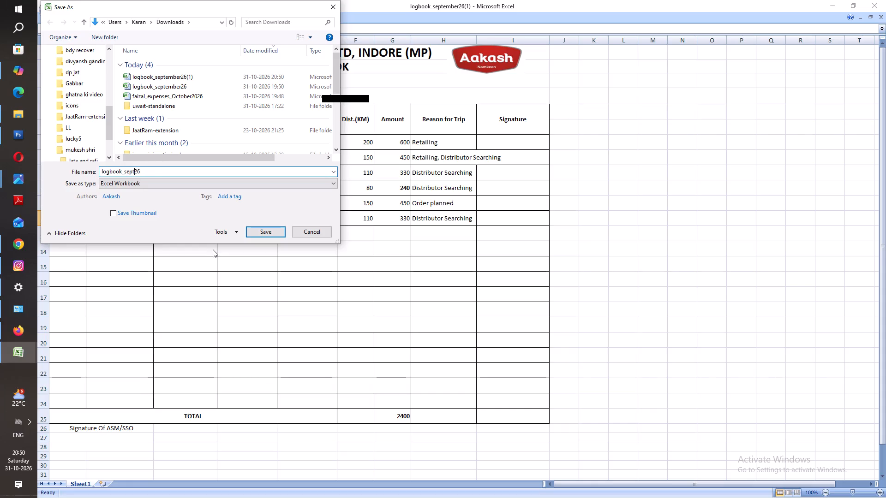
pyautogui.press('BackSpace')
pyautogui.press('BackSpace')
pyautogui.press('BackSpace')
pyautogui.press('BackSpace')
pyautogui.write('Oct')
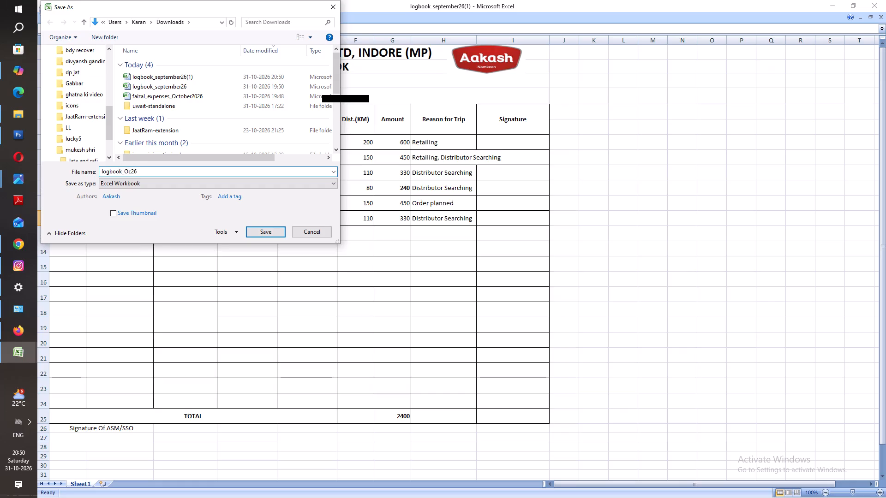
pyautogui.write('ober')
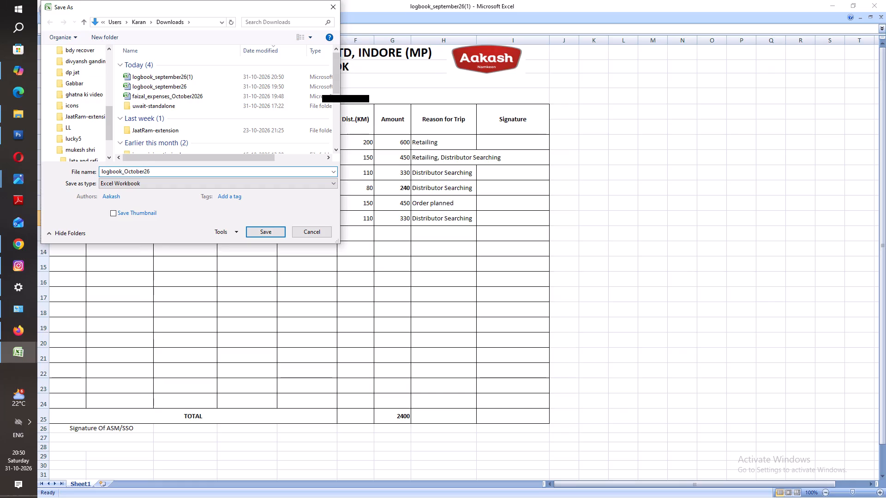